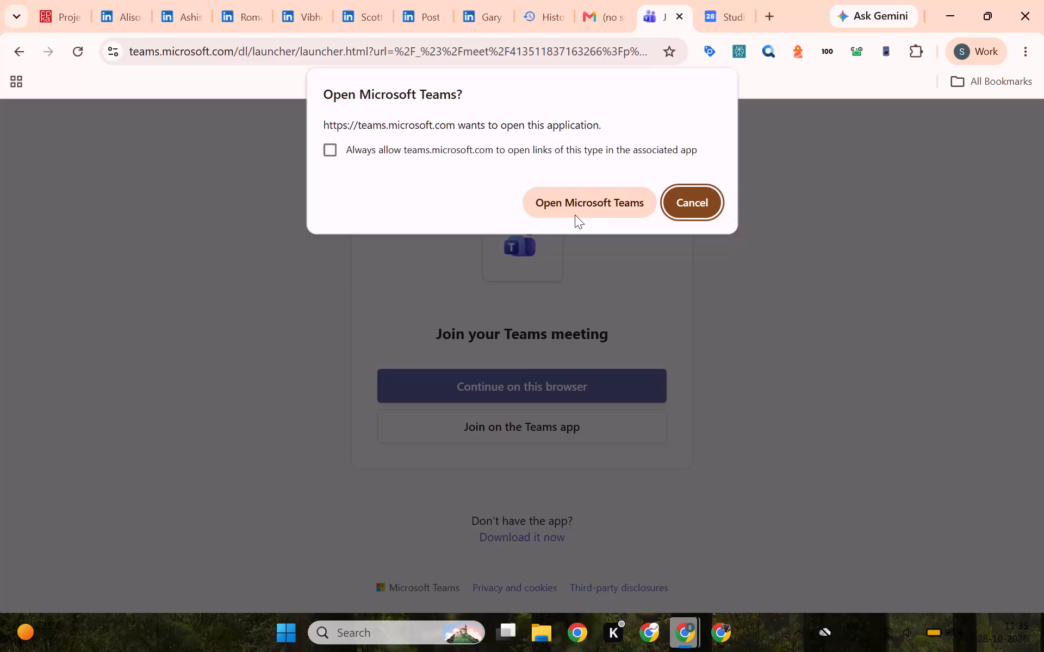
Allow the meeting link to open in the Microsoft Teams desktop app.
click(575, 212)
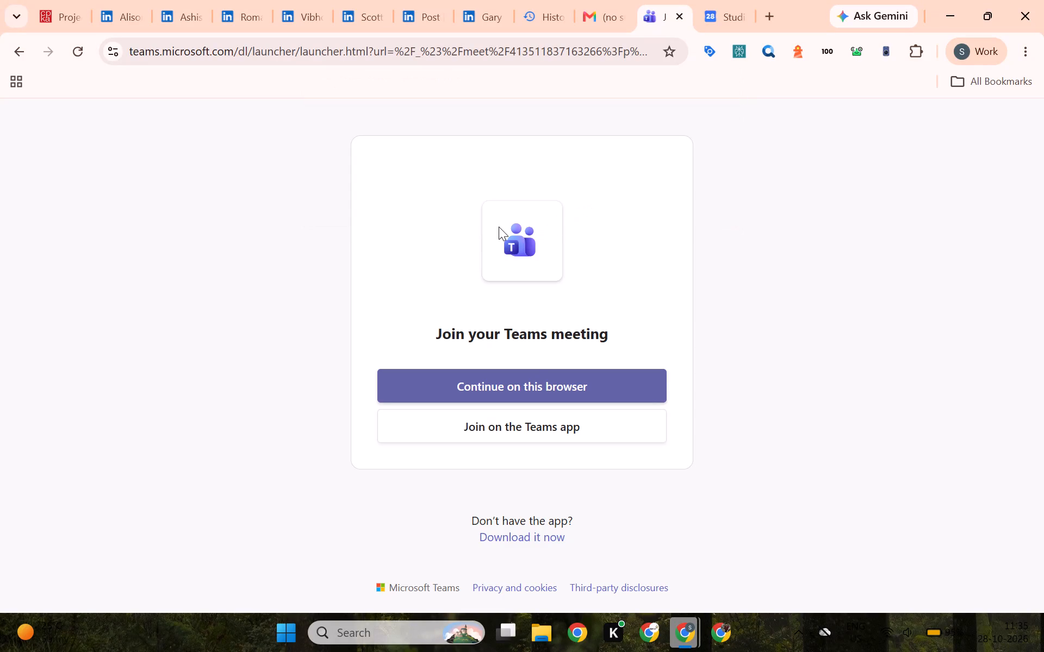
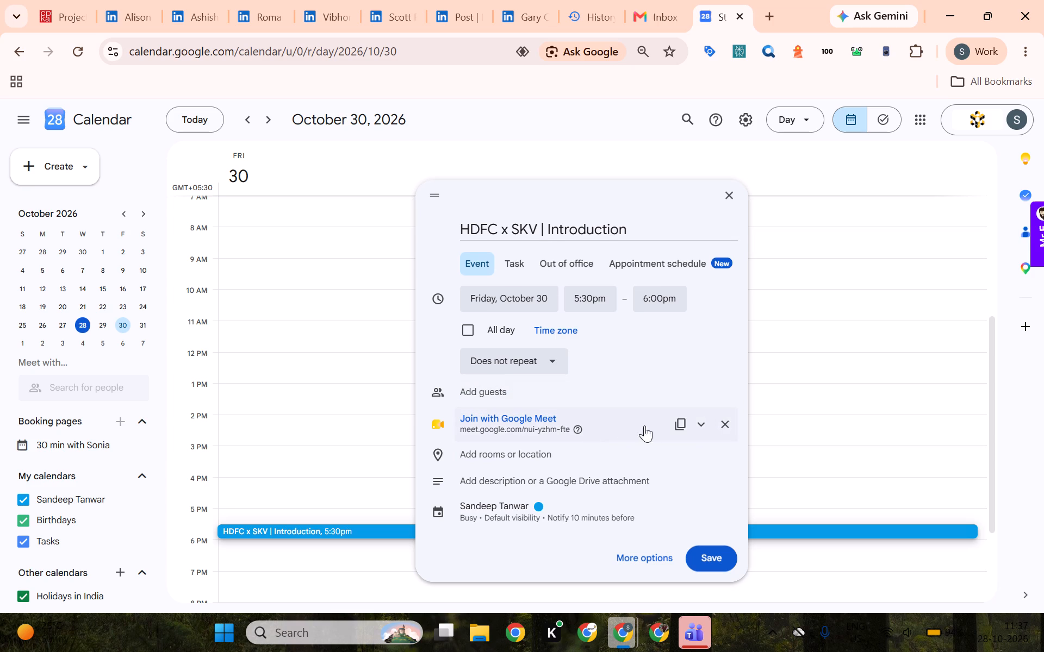
Remove the Google Meet link from the HDFC x SKV | Introduction event and add Google Meet video conferencing again.
click(722, 424)
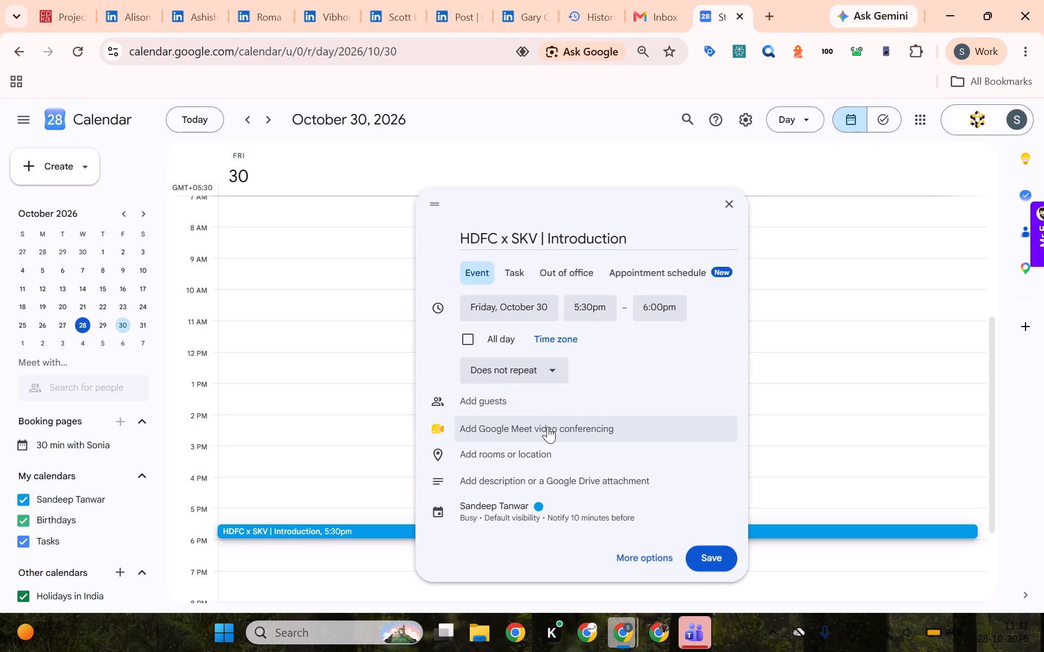
scroll(524, 426, down, 1)
click(524, 426)
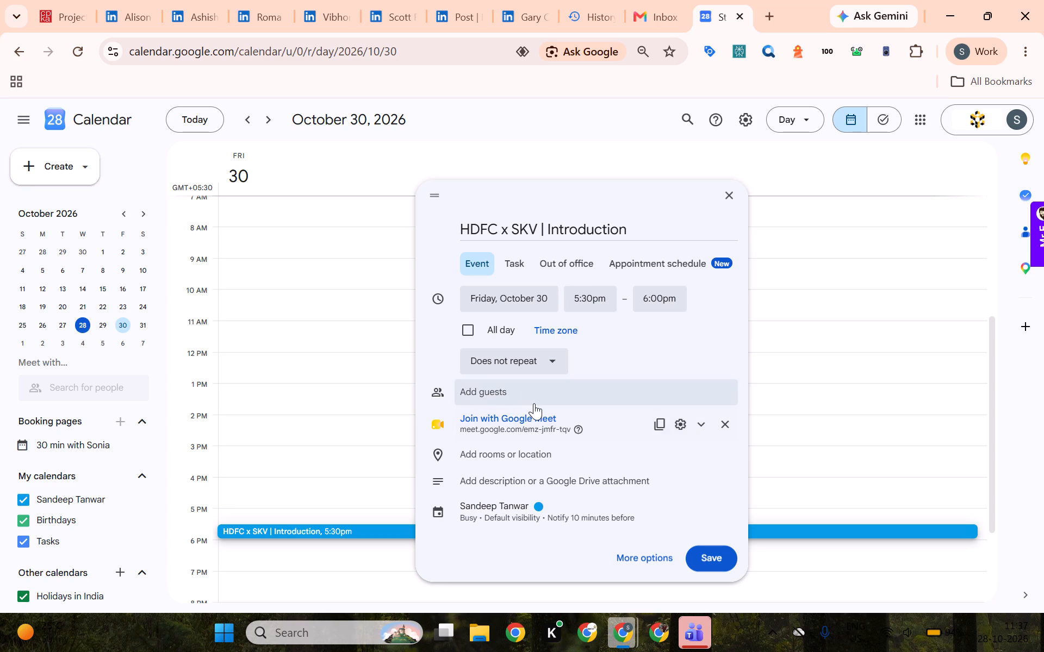
Expand the event's Google Meet conference details and review the host controls in its video call options without saving.
scroll(534, 403, down, 2)
click(701, 421)
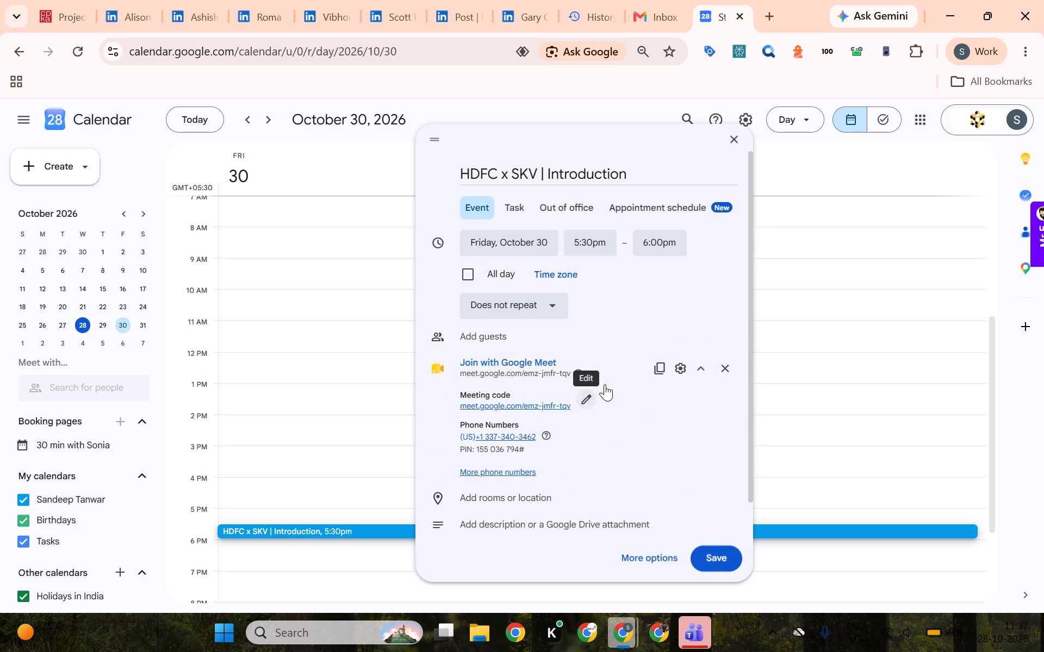
click(682, 368)
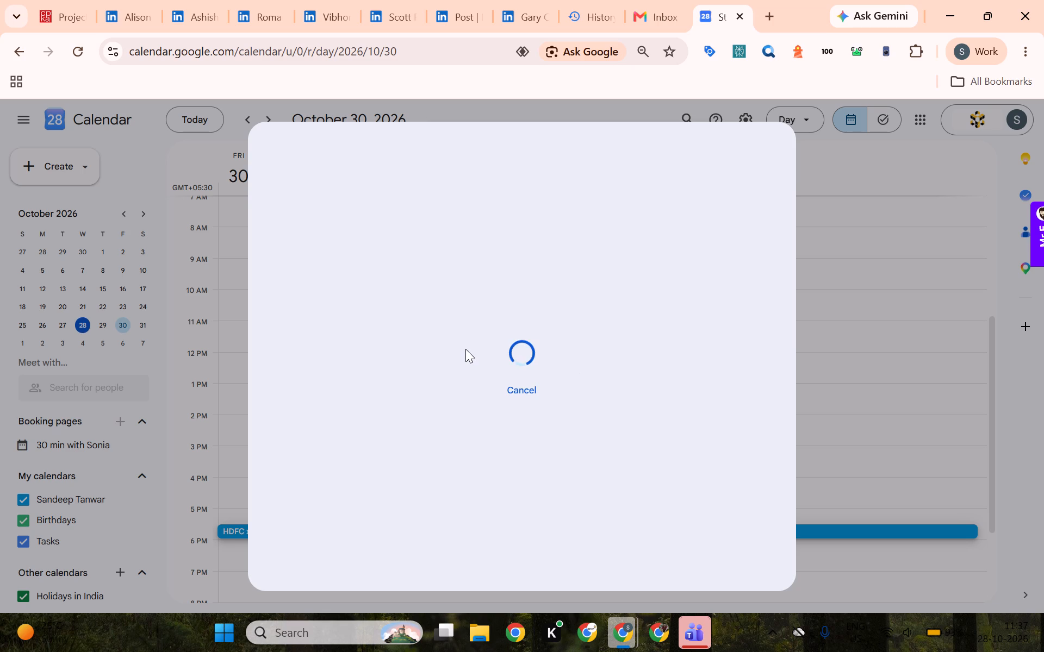
scroll(549, 359, down, 4)
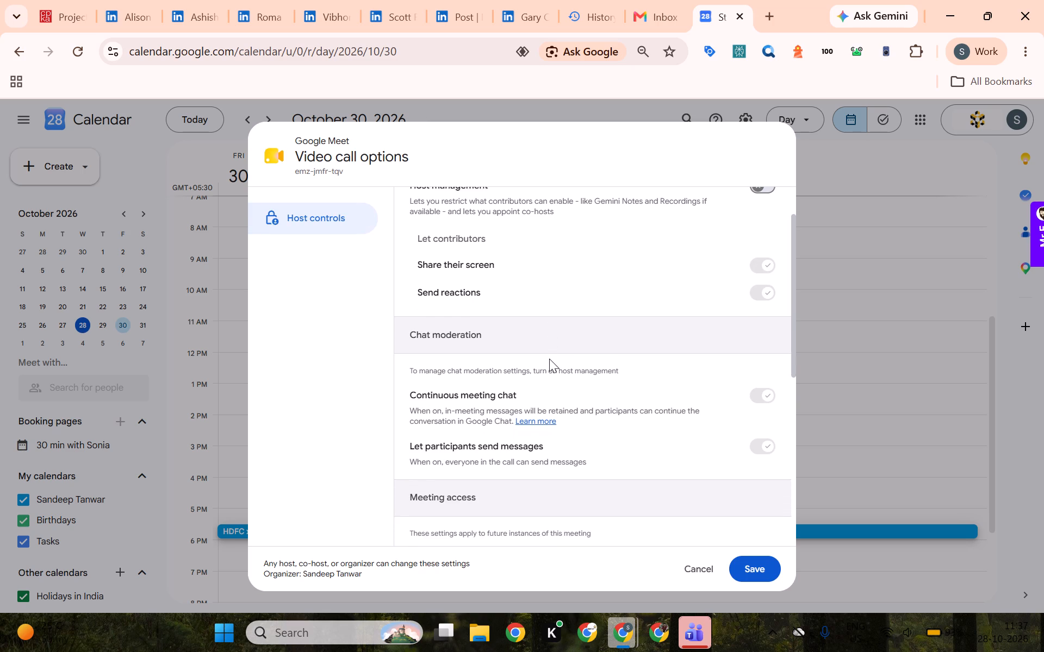
scroll(549, 359, down, 7)
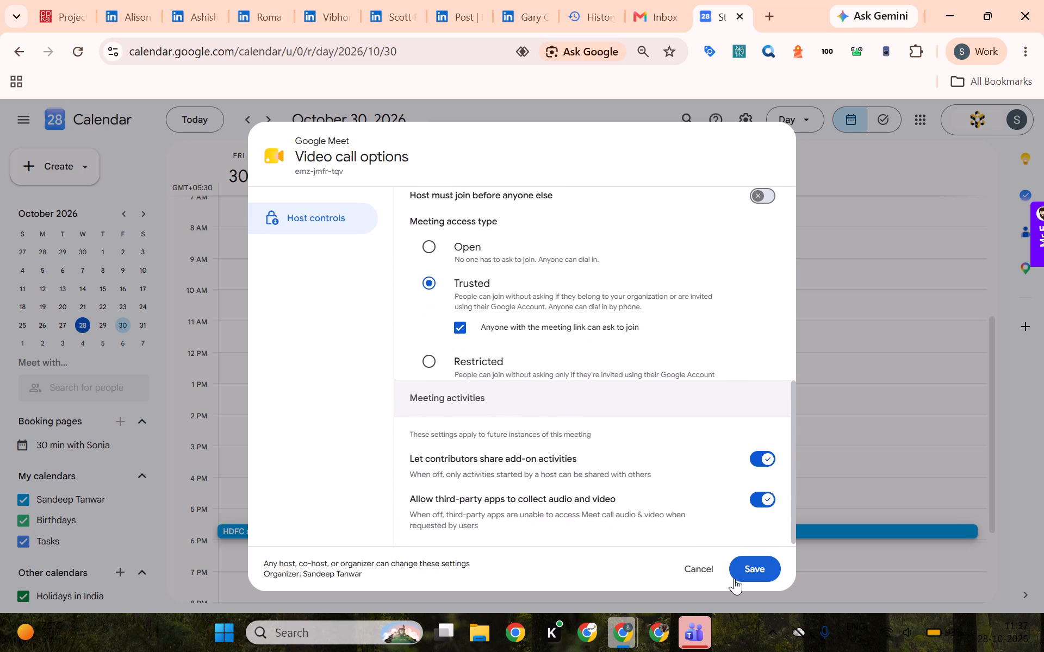
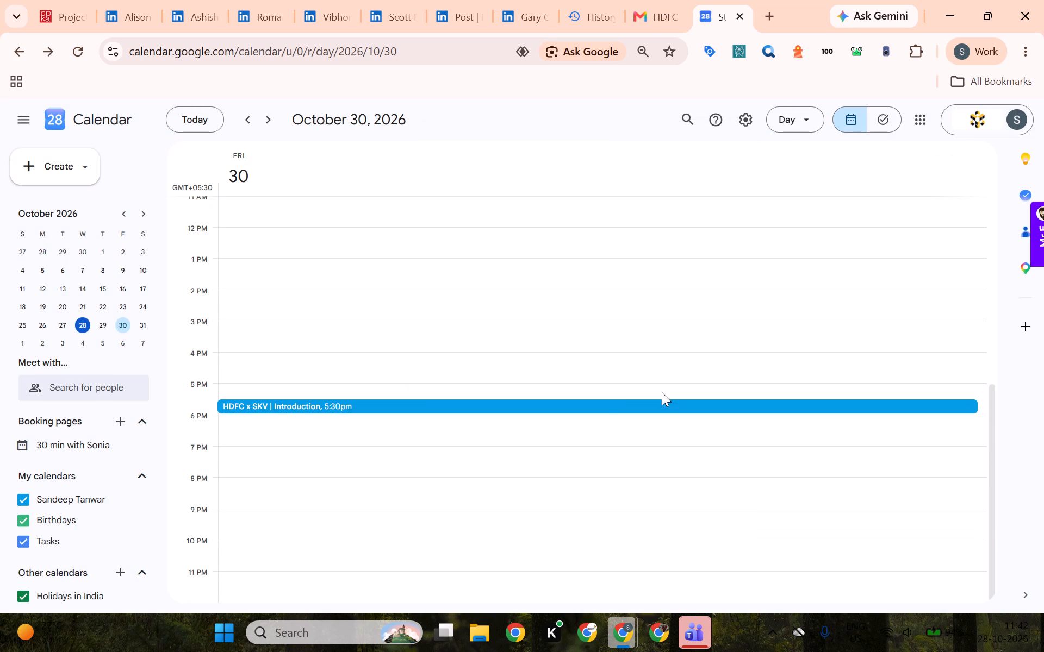
click(583, 404)
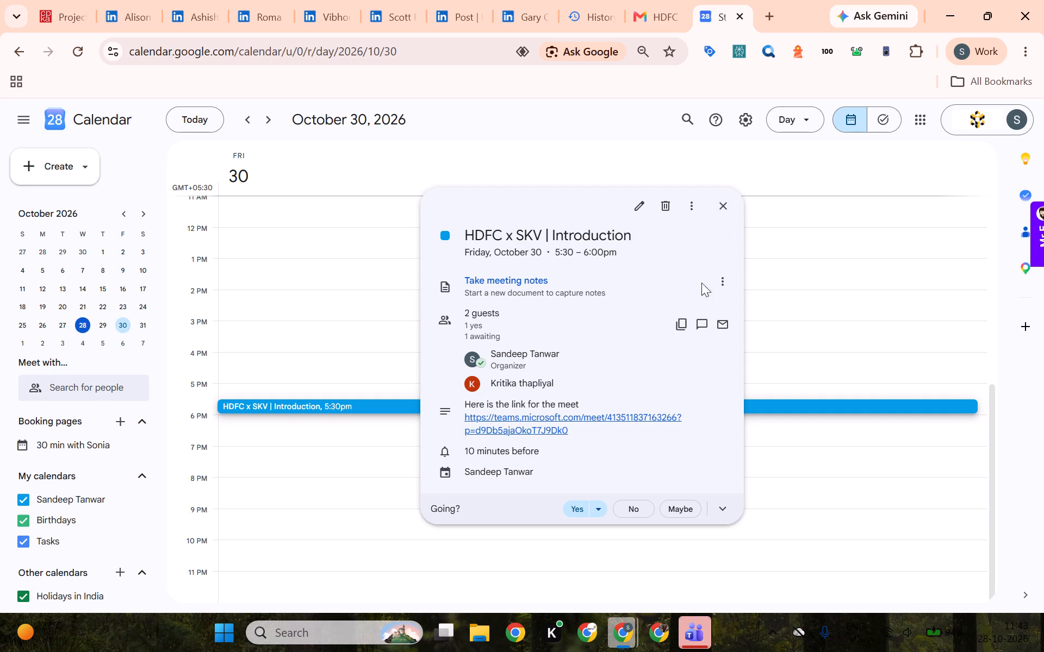
Delete the HDFC x SKV | Introduction event without sending cancellation emails to the guests.
click(668, 215)
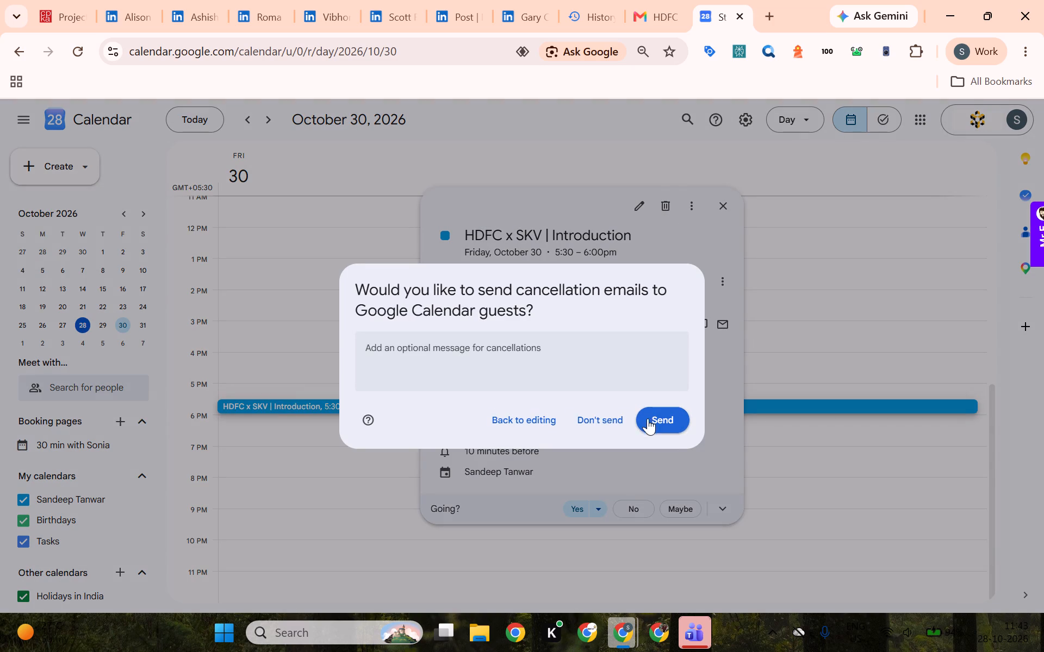
click(604, 420)
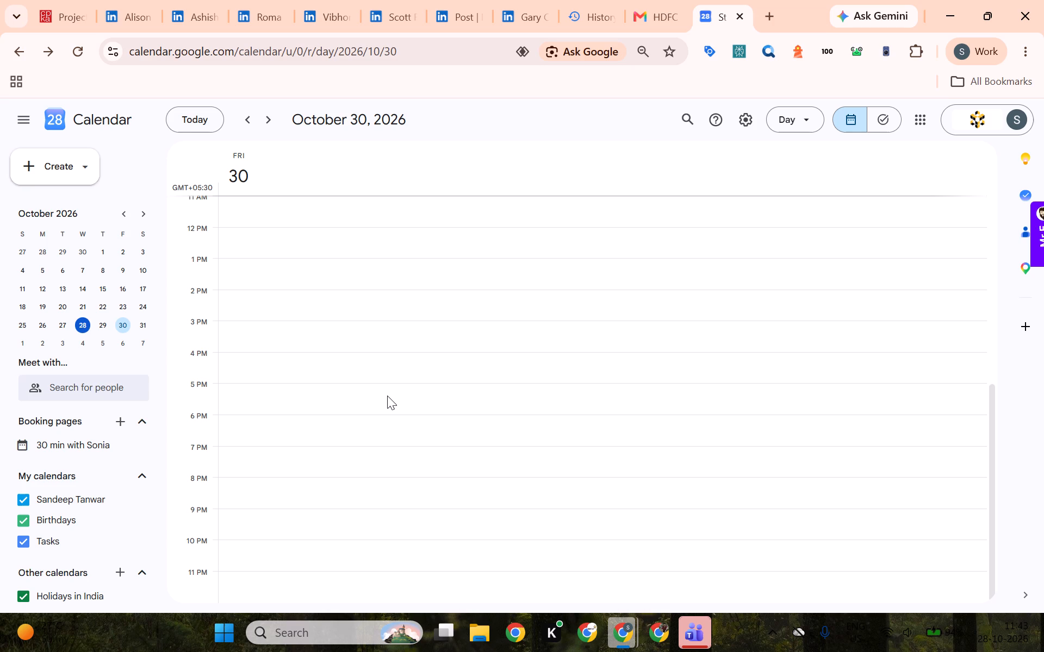
click(674, 0)
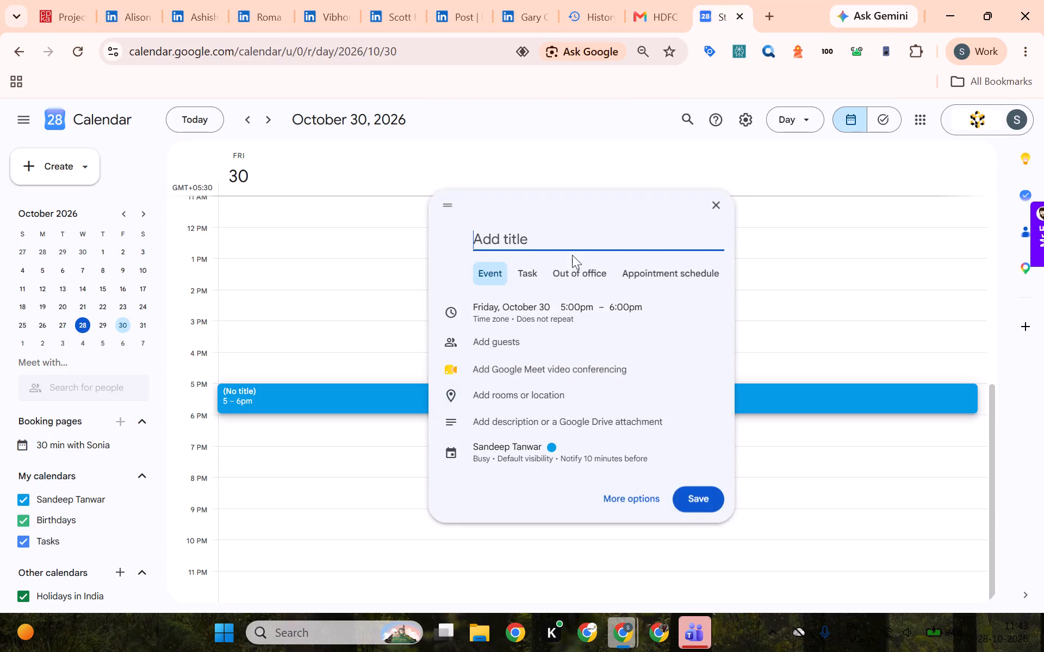
click(576, 302)
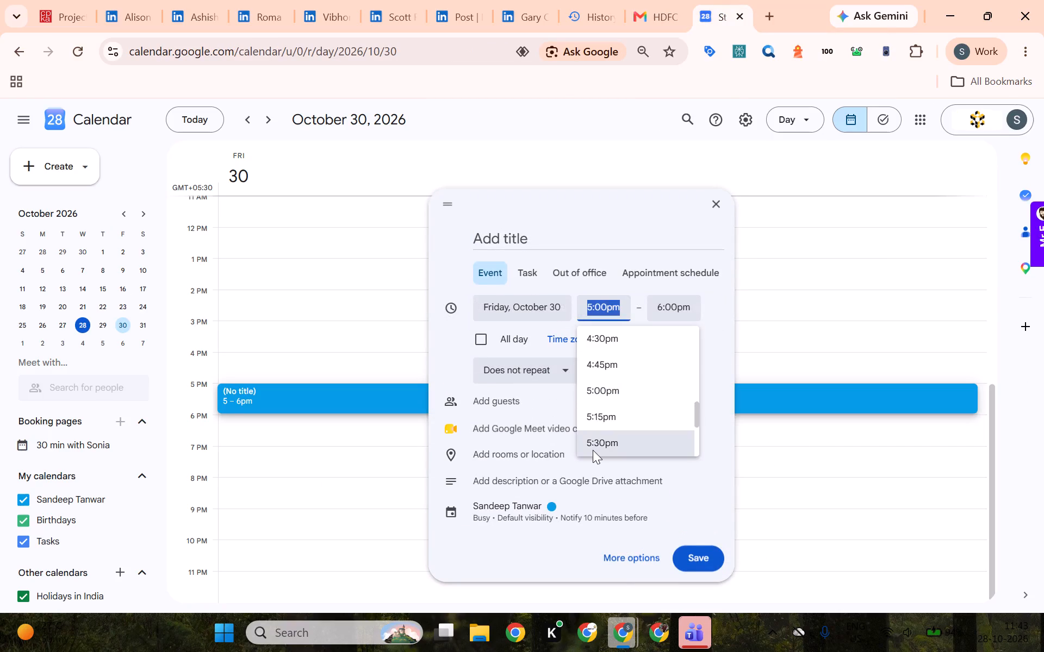
click(593, 450)
click(673, 304)
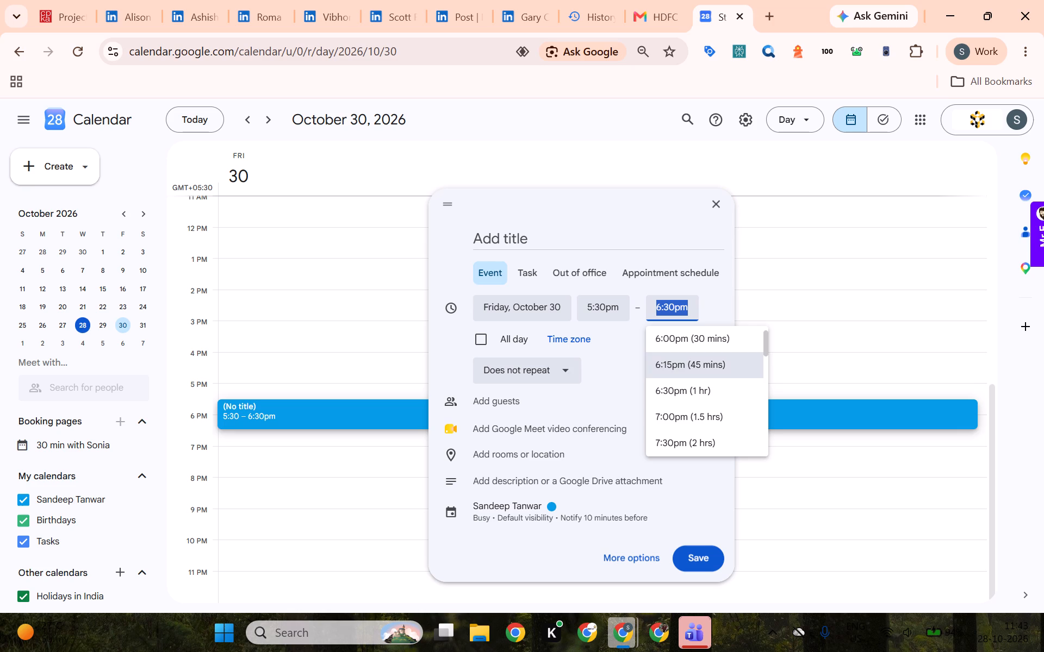
click(680, 346)
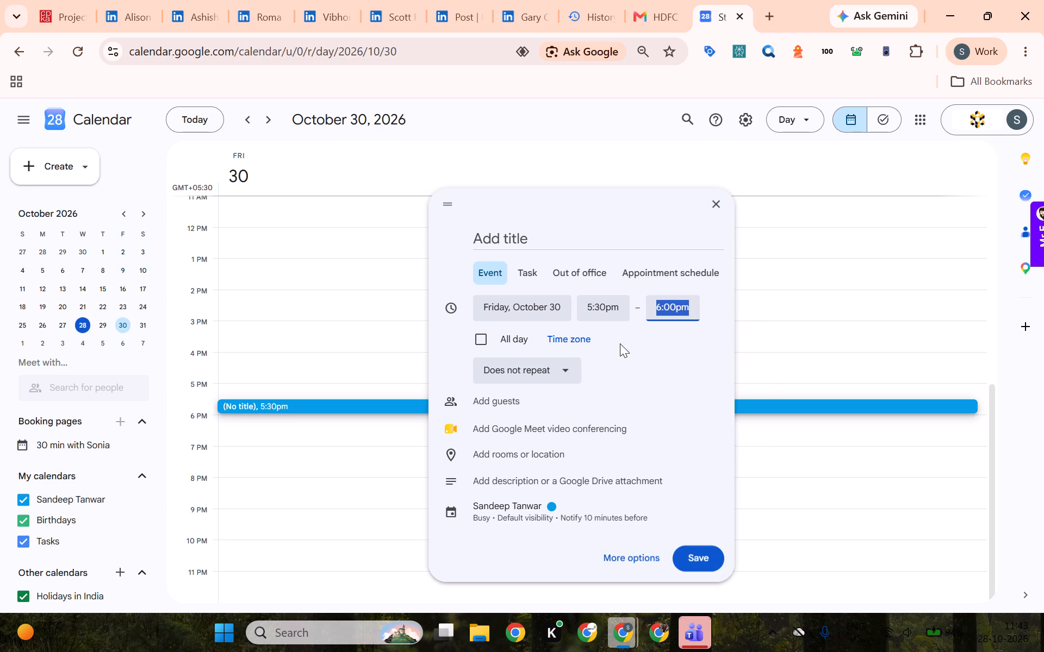
click(670, 350)
click(519, 242)
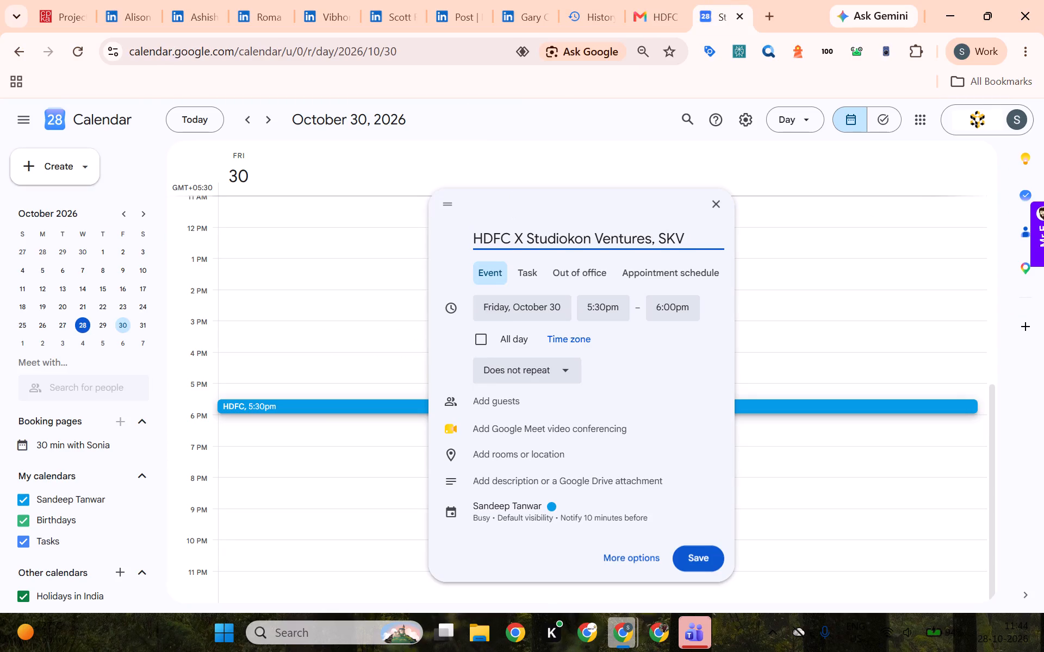
Shorten the event title to "HDFC x SKV", with a lowercase x.
click(528, 237)
key(Left)
key(BackSpace)
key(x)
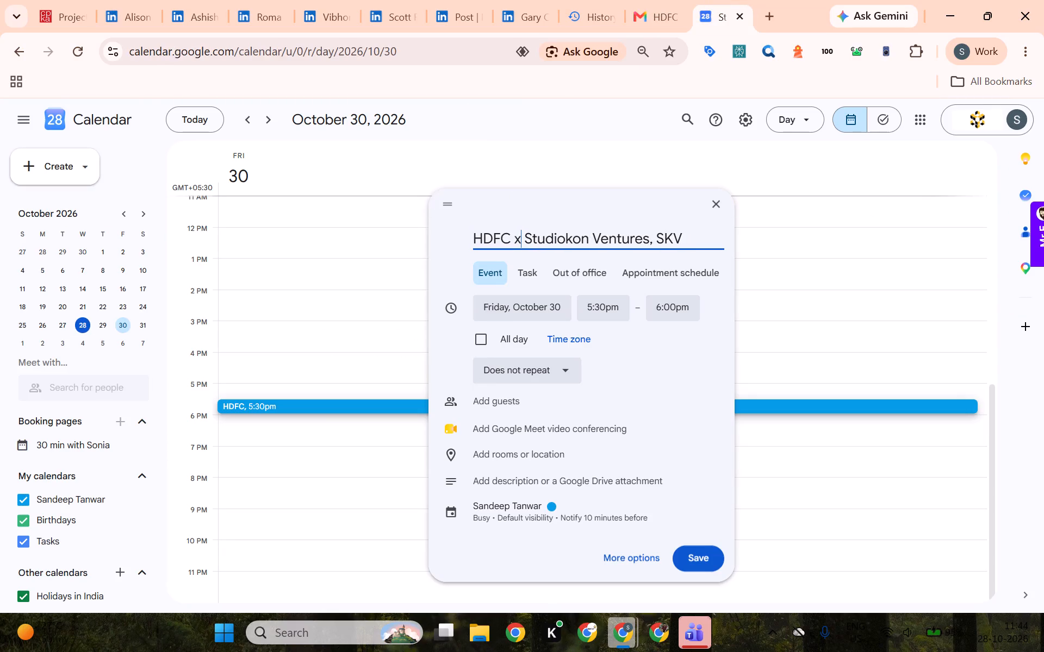
key(Right)
key(Right)
key(Right)
key(Right)
key(Right)
key(Right)
key(Right)
key(Right)
key(Right)
key(Right)
key(Right)
key(Right)
key(Right)
key(Right)
key(Right)
key(Right)
key(Right)
key(Right)
key(Right)
key(Right)
key(shift+Left)
key(ctrl+shift+Left)
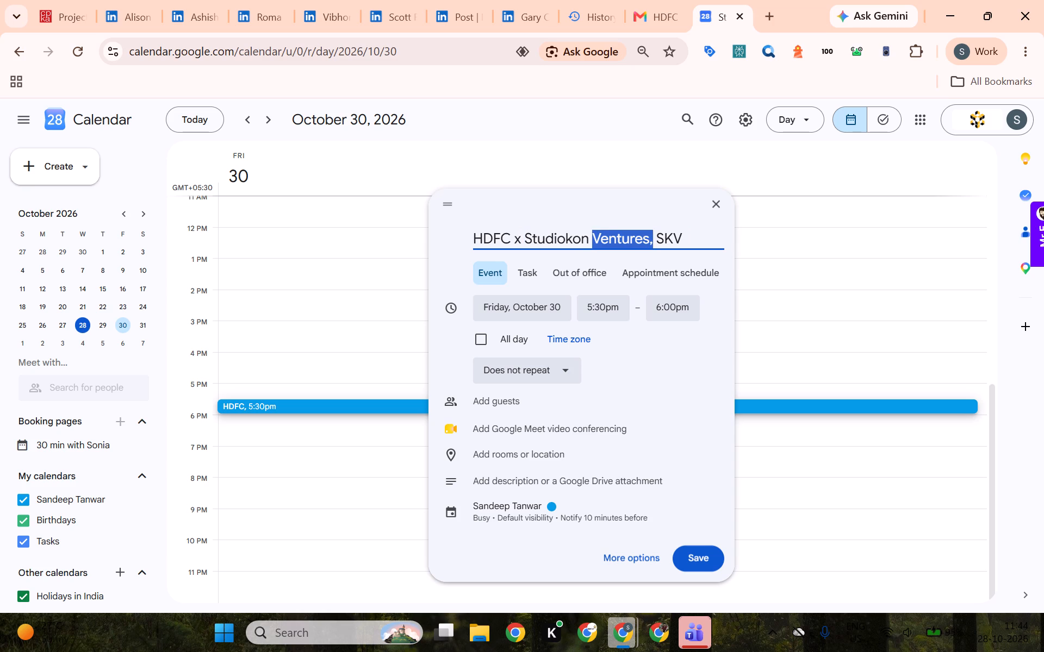
key(ctrl+shift+Left)
key(BackSpace)
key(BackSpace)
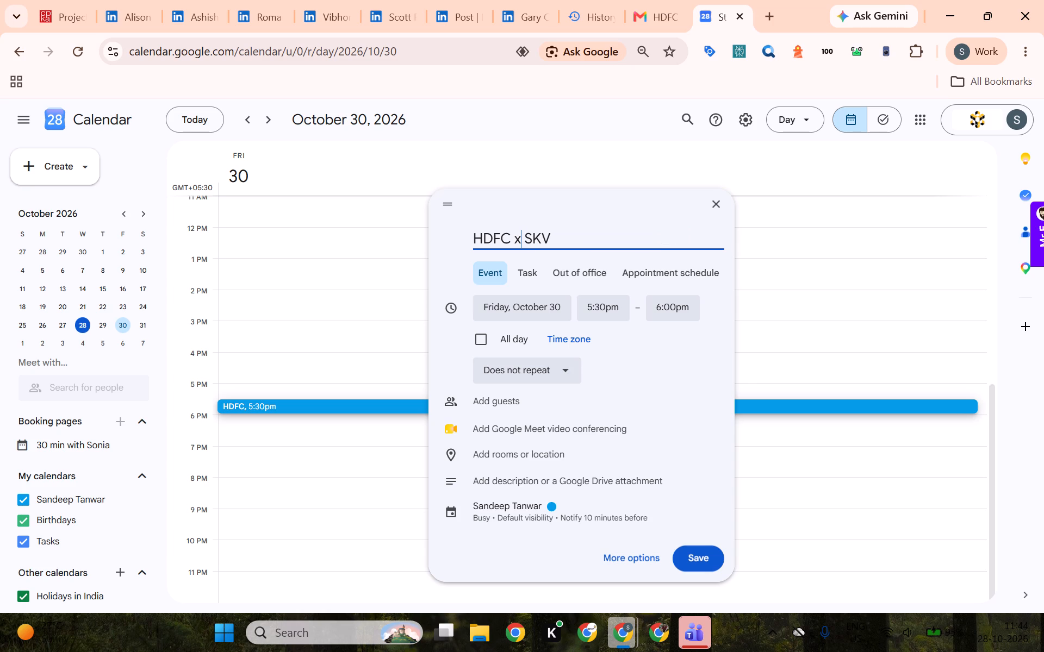
Append "| Introduction" to the end of the event title.
click(564, 236)
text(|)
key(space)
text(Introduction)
scroll(650, 359, down, 1)
click(547, 397)
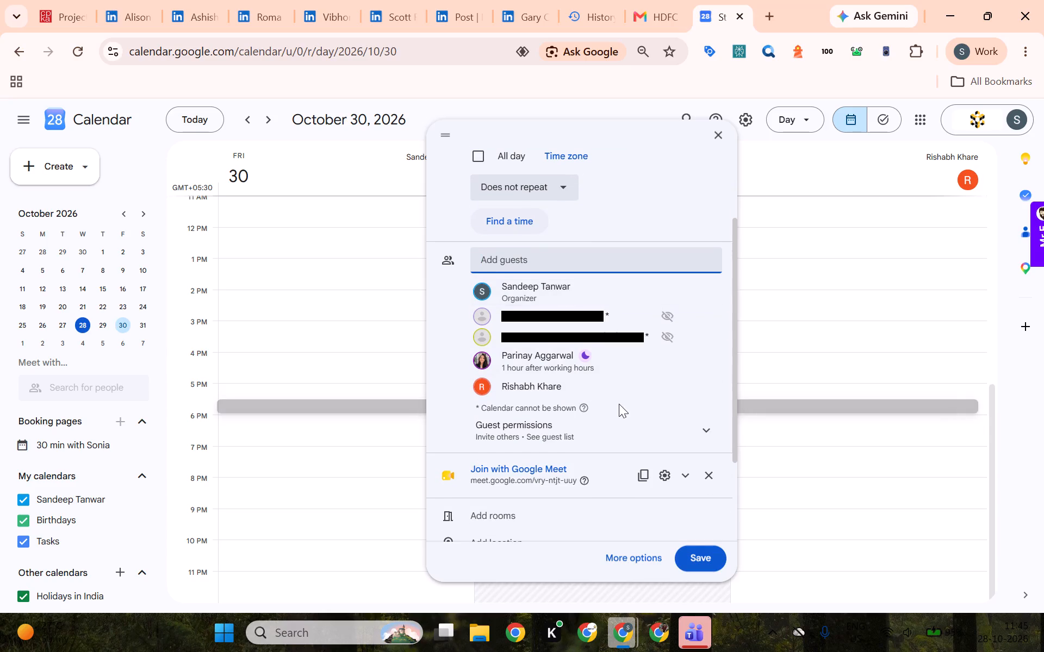
click(449, 416)
scroll(449, 416, down, 2)
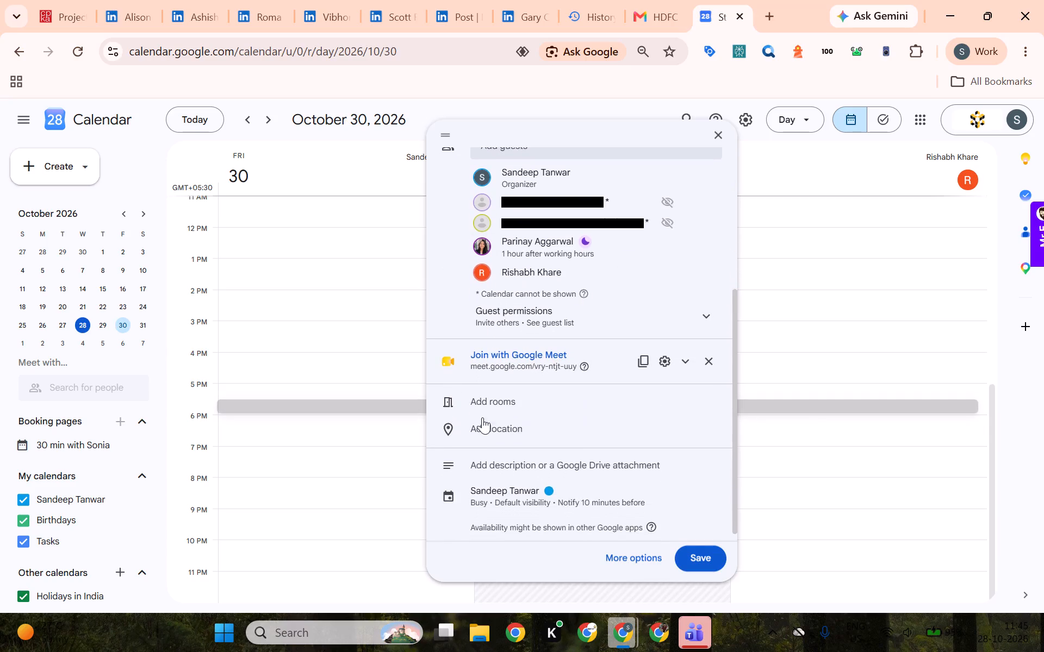
click(709, 354)
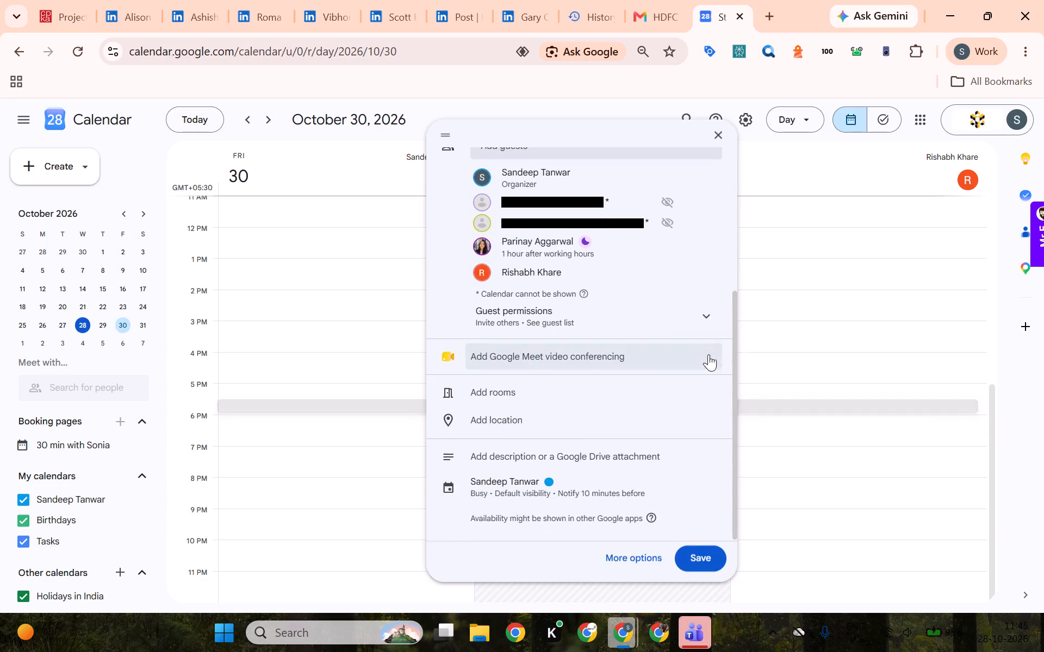
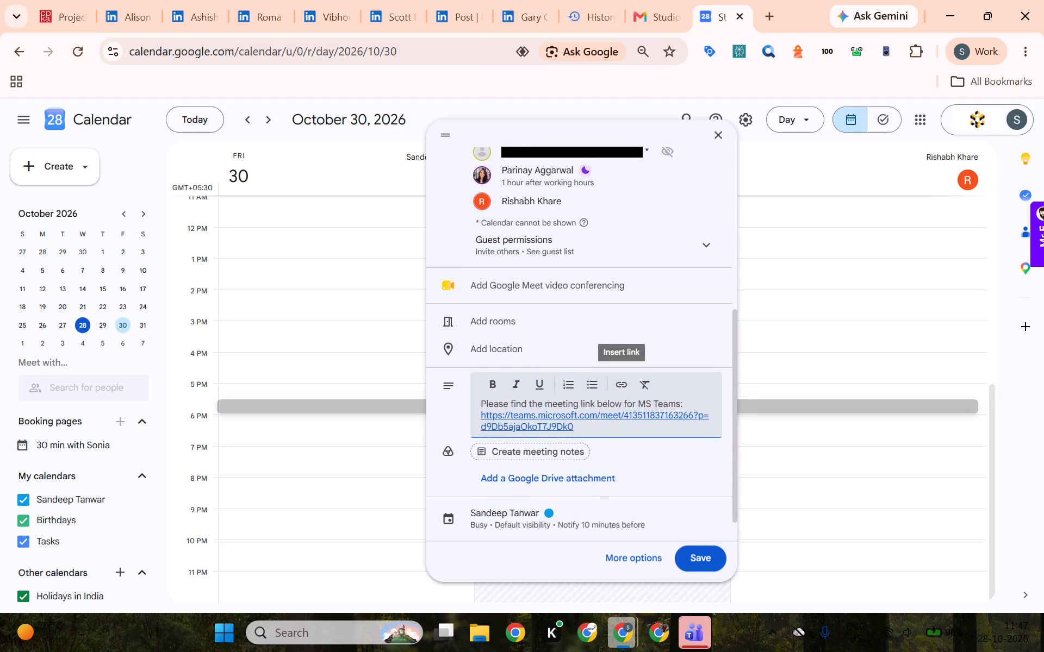
Review the HDFC x SKV | Introduction event's title, date, time and guest list.
scroll(520, 321, up, 1)
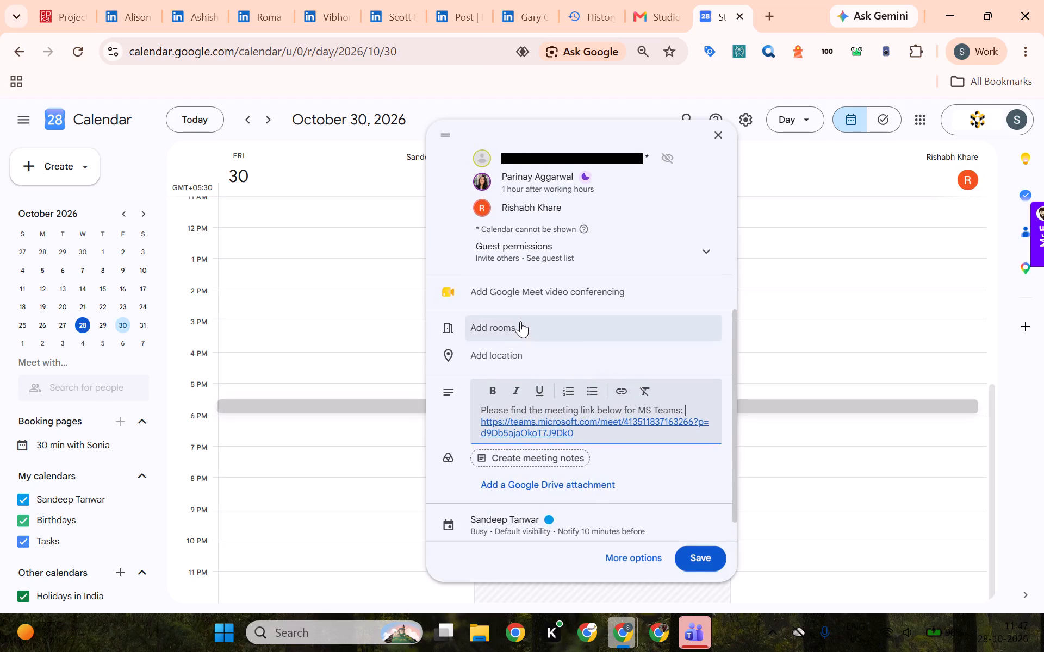
scroll(520, 321, up, 4)
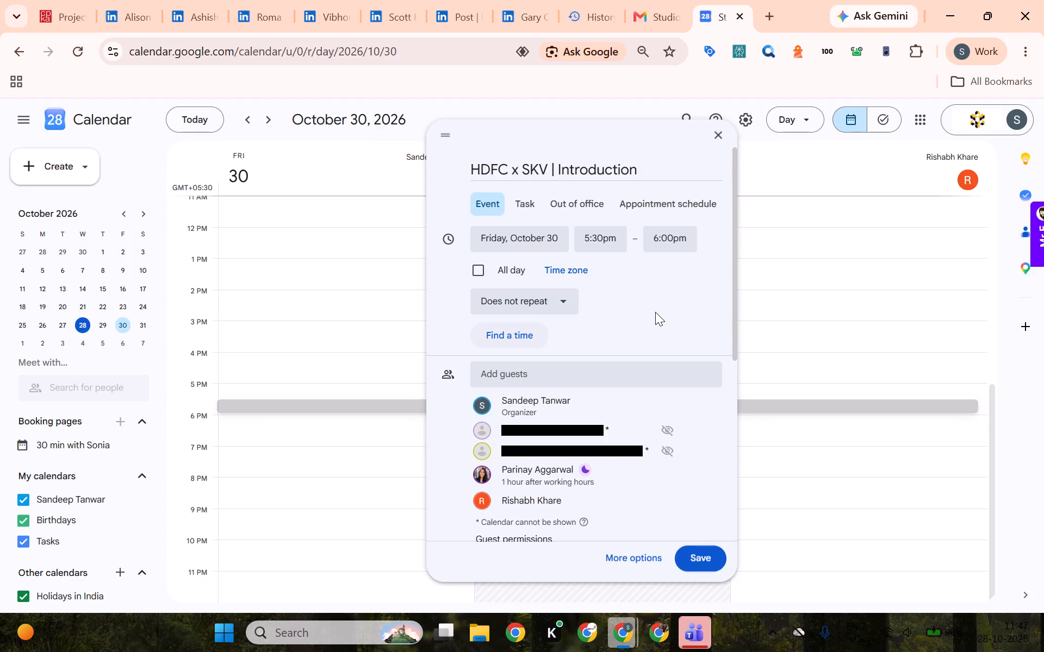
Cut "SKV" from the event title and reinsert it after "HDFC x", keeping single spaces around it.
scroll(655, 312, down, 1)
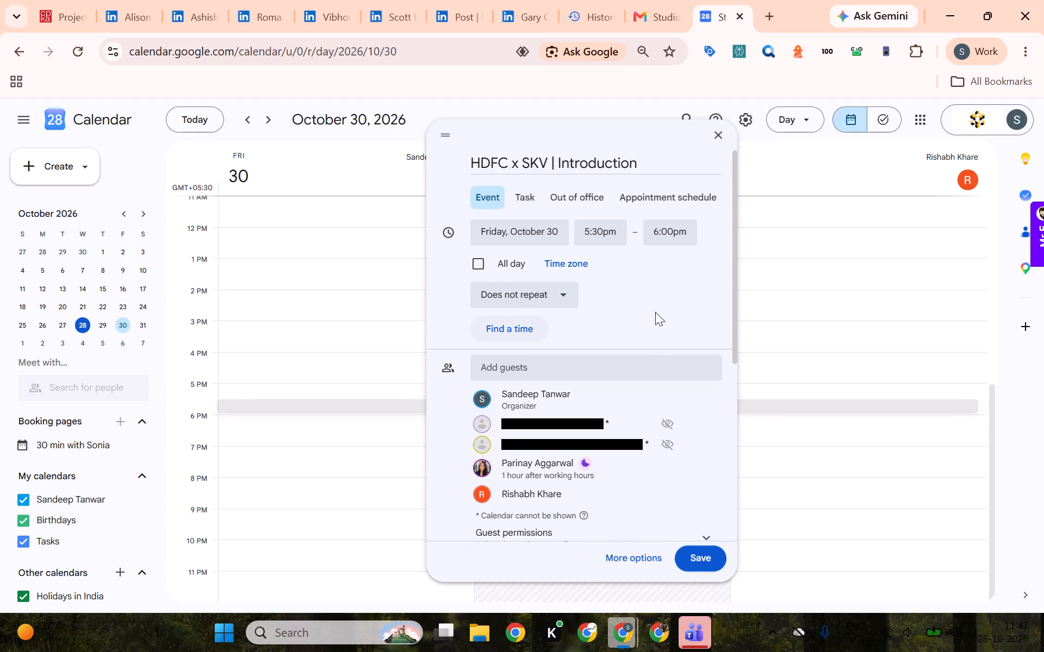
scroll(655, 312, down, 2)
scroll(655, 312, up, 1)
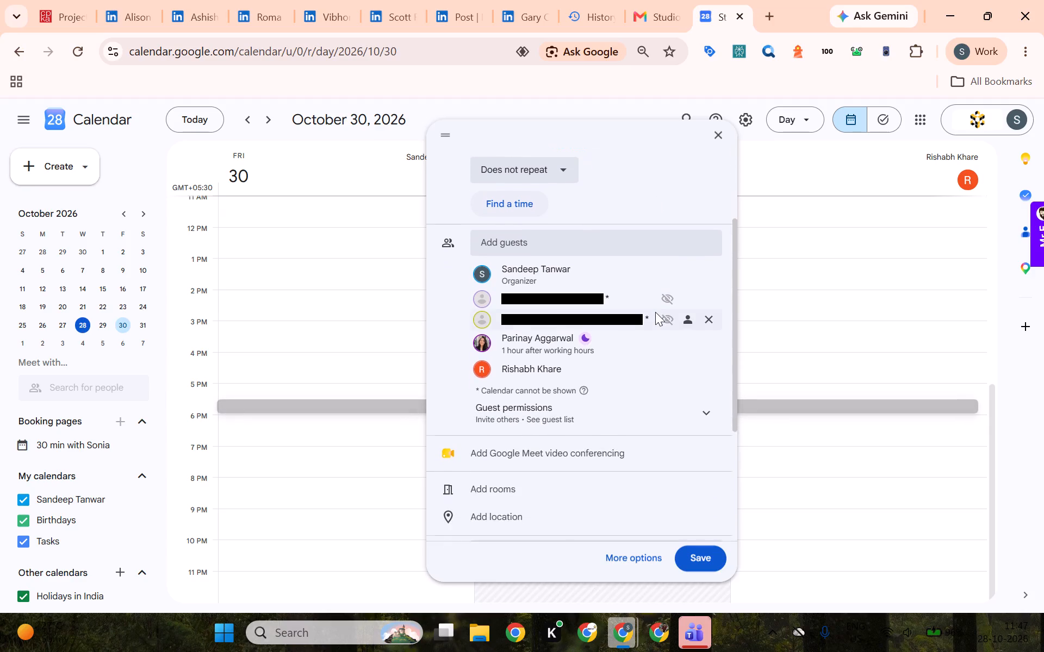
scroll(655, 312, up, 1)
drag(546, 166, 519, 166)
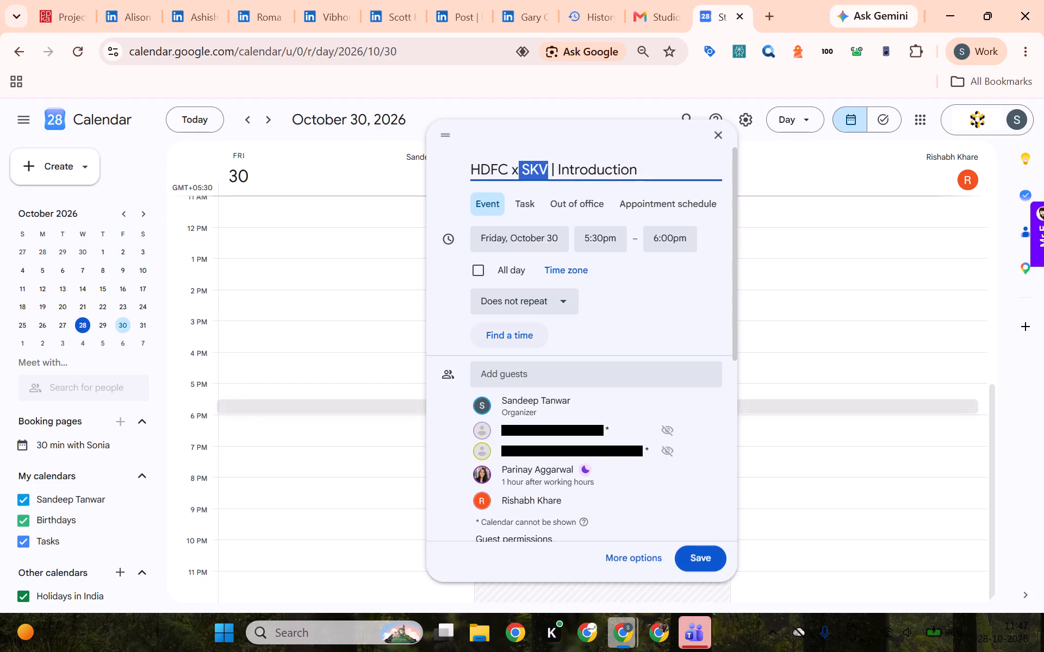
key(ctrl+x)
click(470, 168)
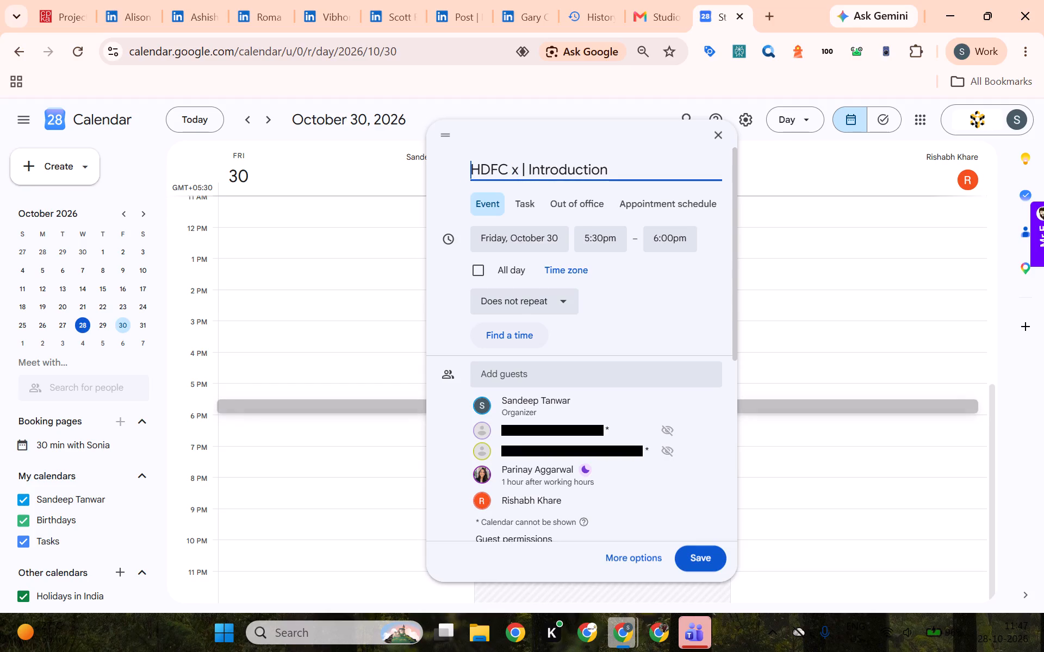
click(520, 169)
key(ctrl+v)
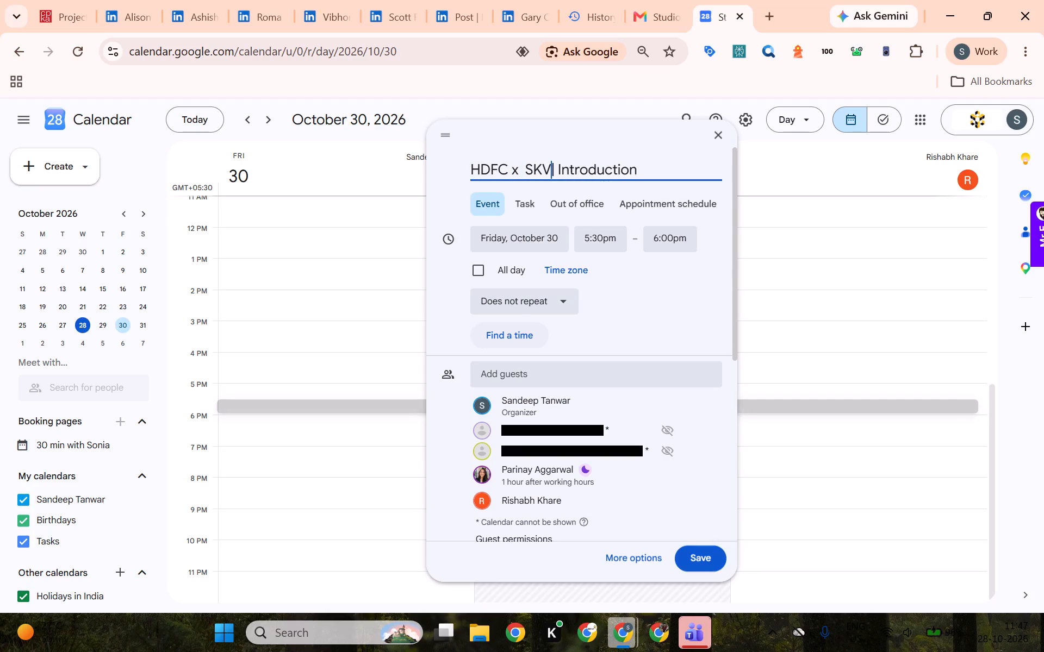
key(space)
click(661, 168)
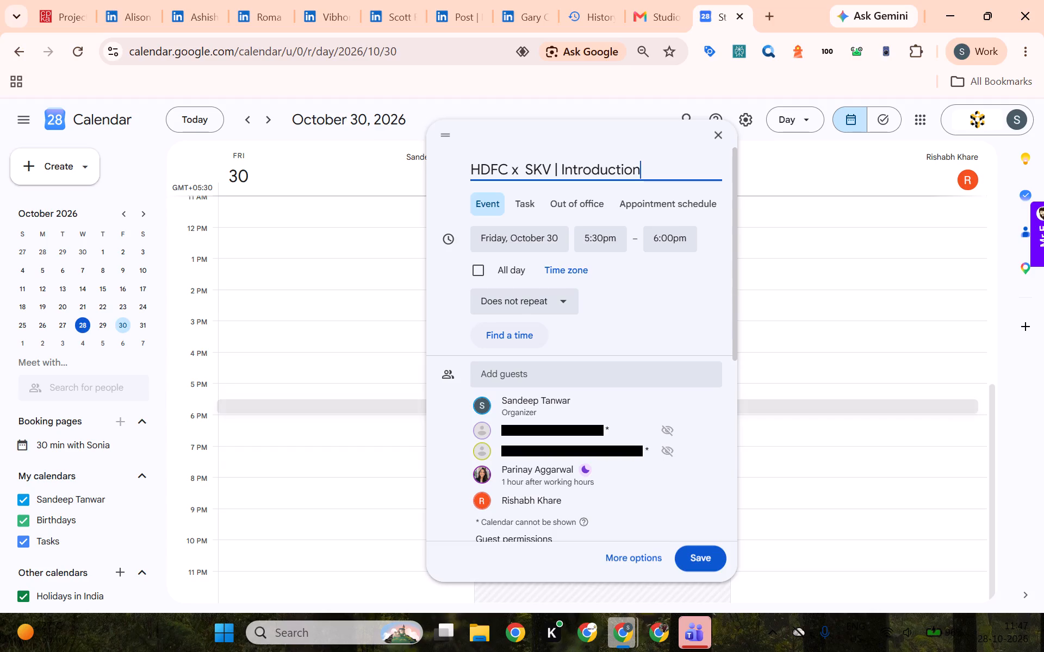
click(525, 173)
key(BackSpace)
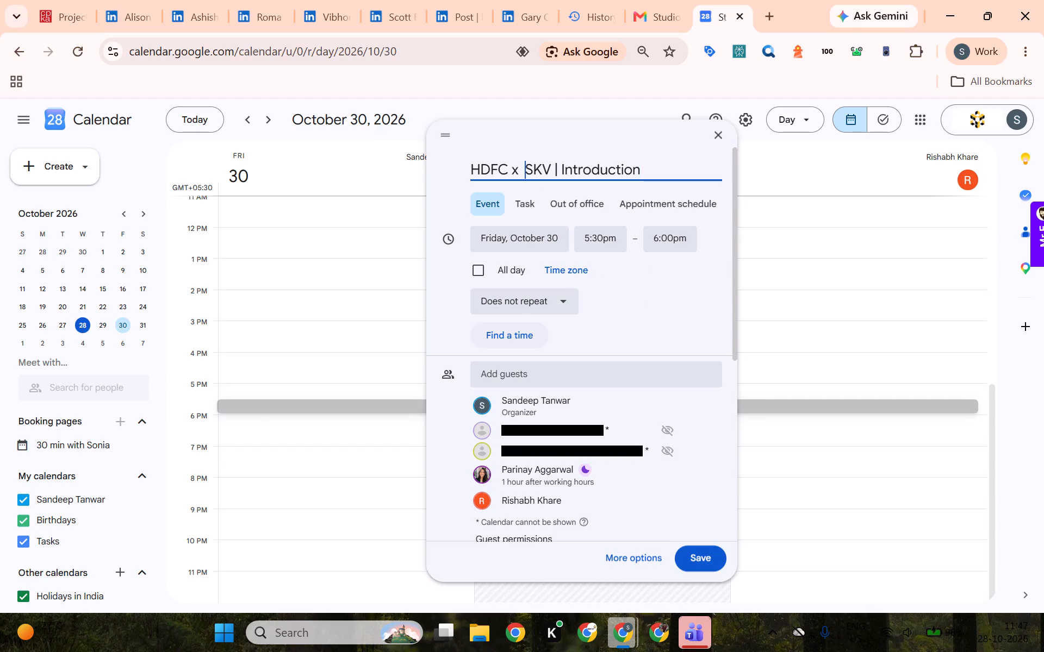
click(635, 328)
scroll(635, 328, up, 1)
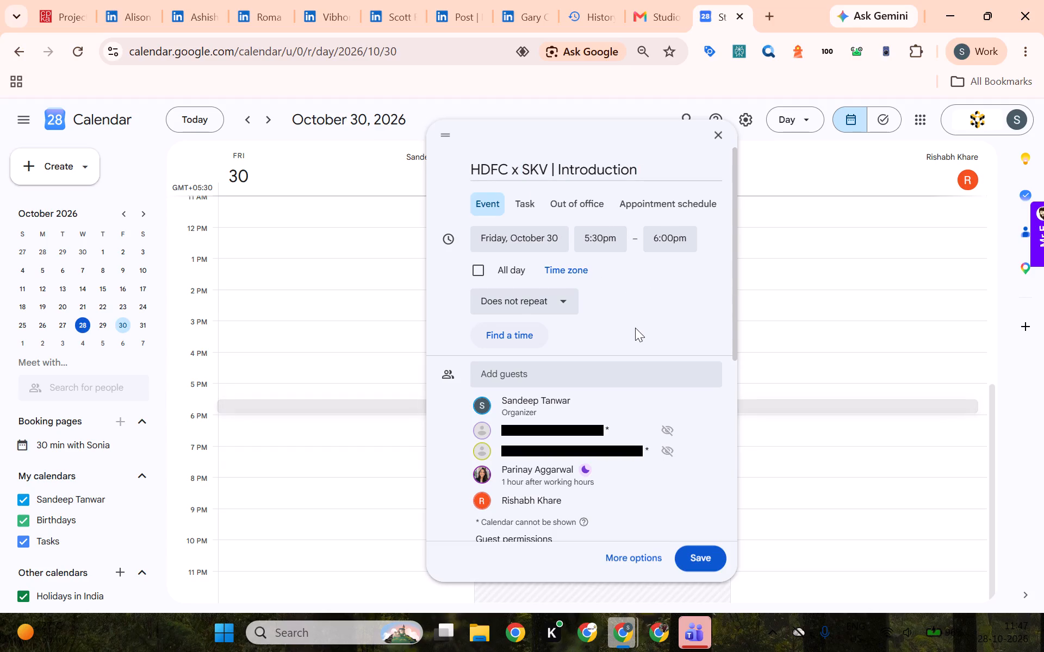
scroll(635, 328, up, 1)
scroll(635, 328, down, 2)
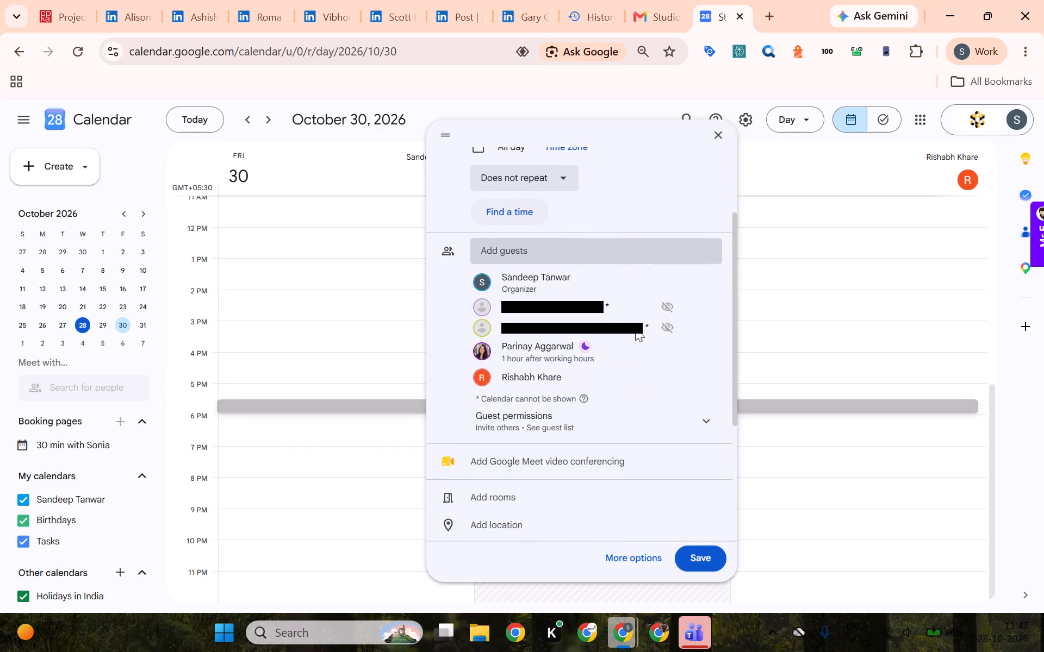
scroll(635, 328, down, 3)
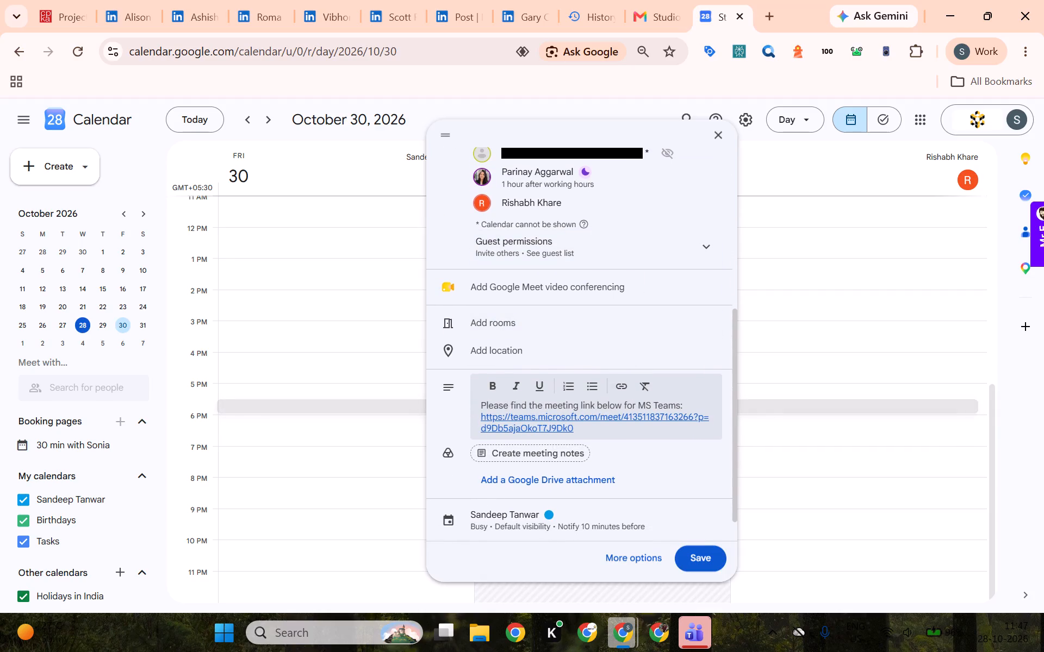
drag(481, 403, 689, 402)
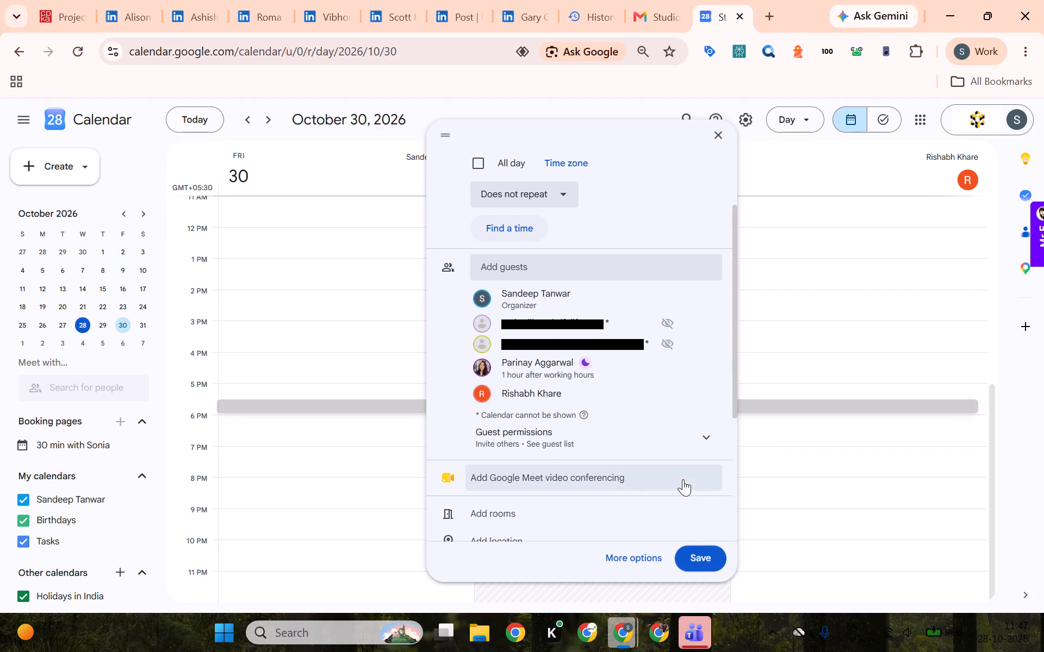
scroll(683, 479, up, 1)
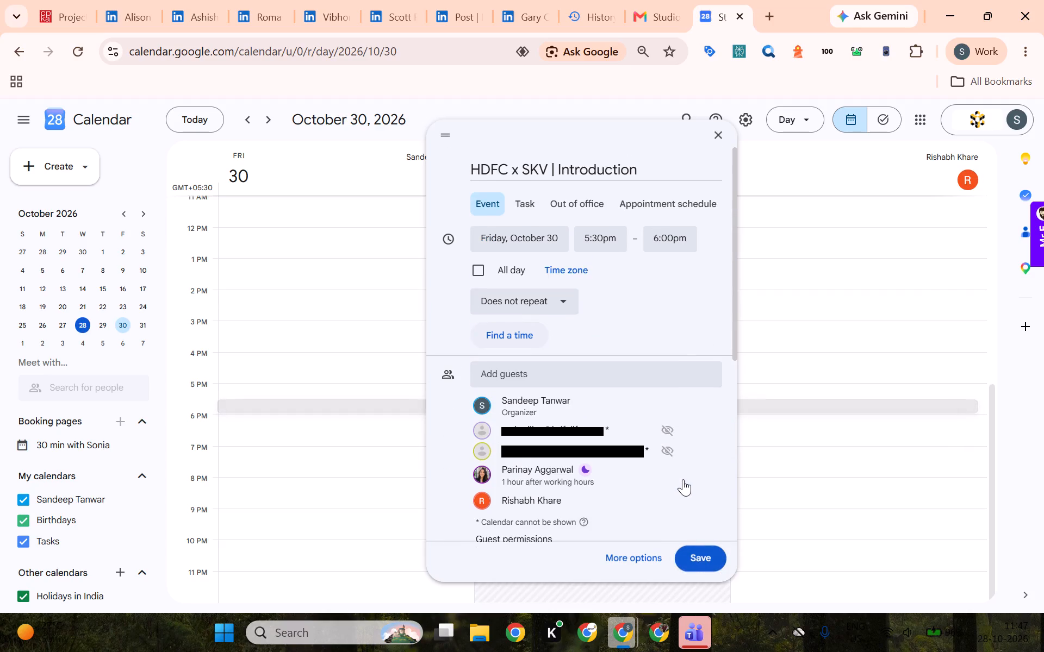
scroll(683, 479, up, 1)
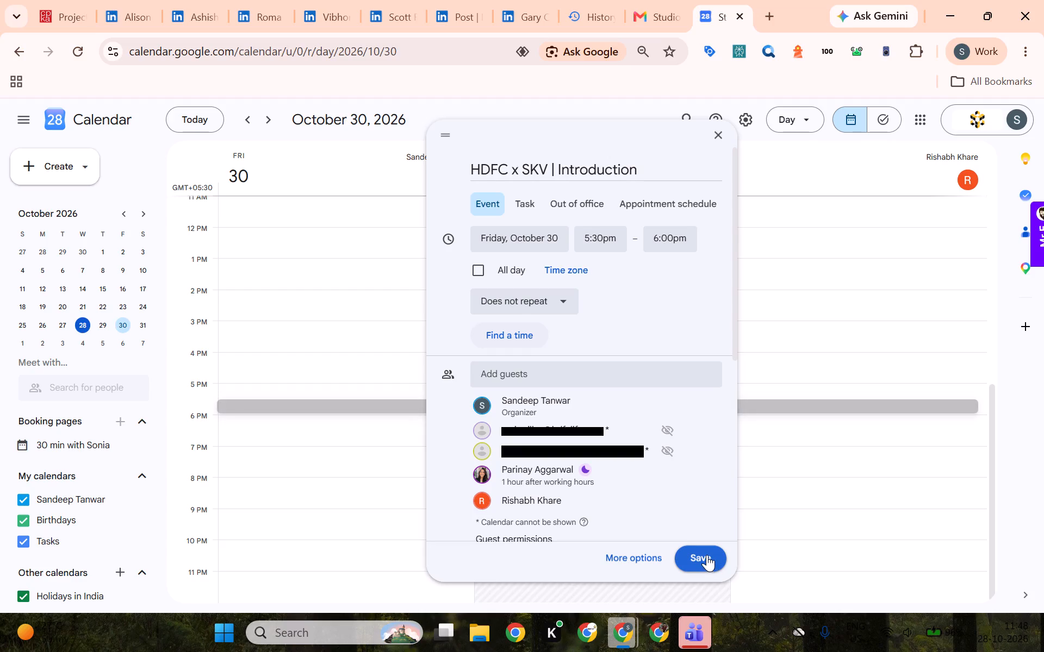
click(707, 555)
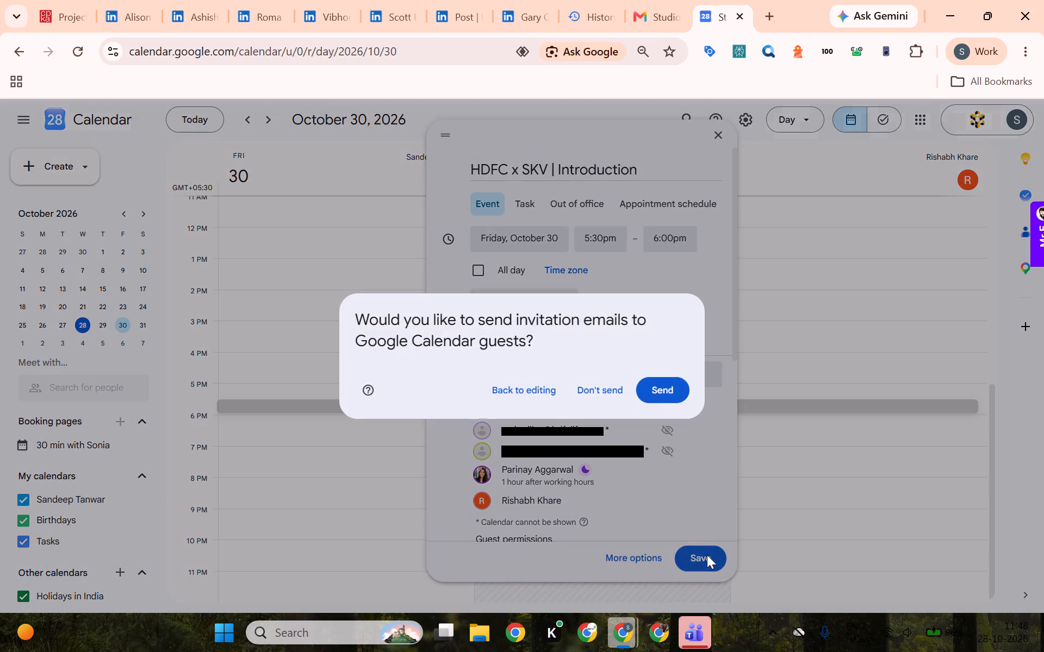
click(663, 386)
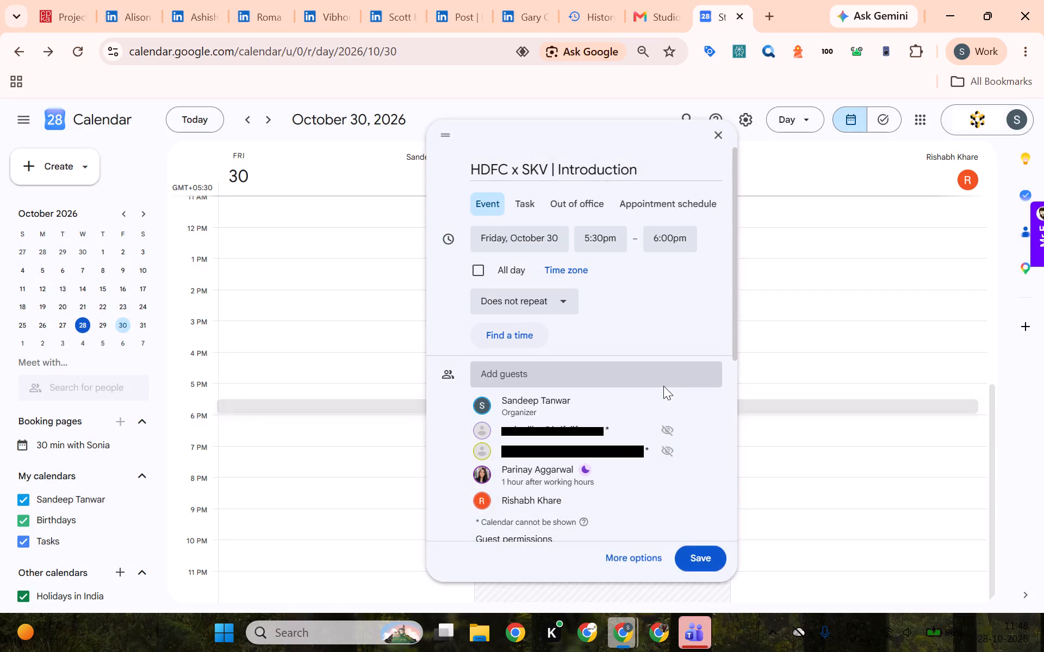
click(657, 399)
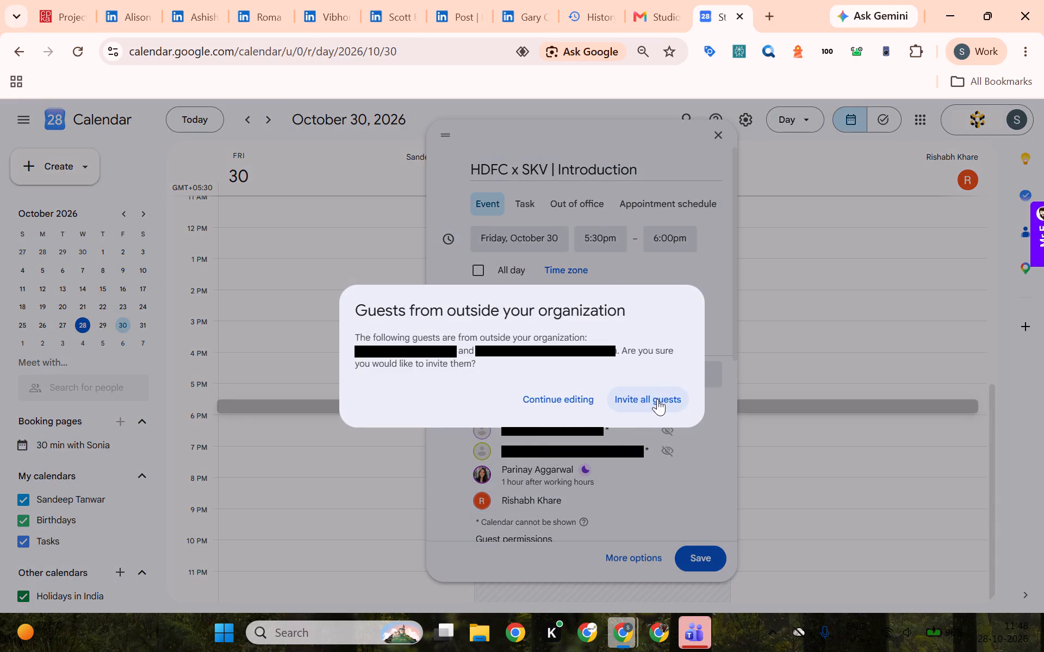